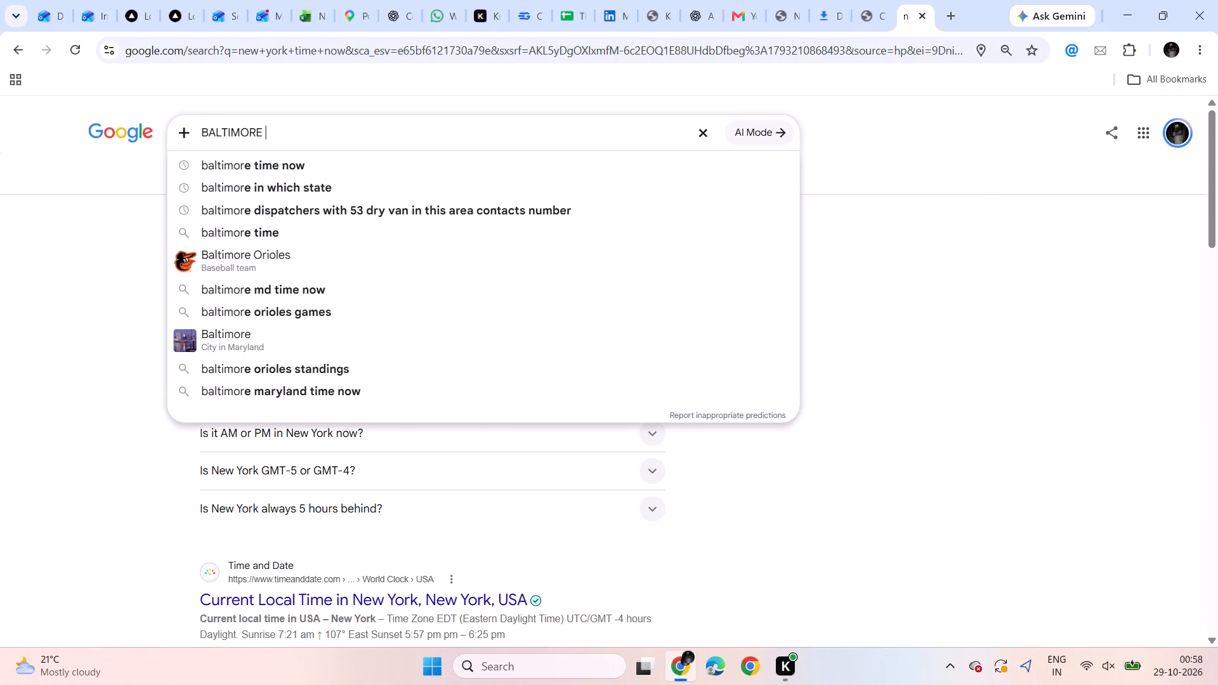
Extend the web search query about Baltimore so it reads "BALTIMORE IN WHICH".
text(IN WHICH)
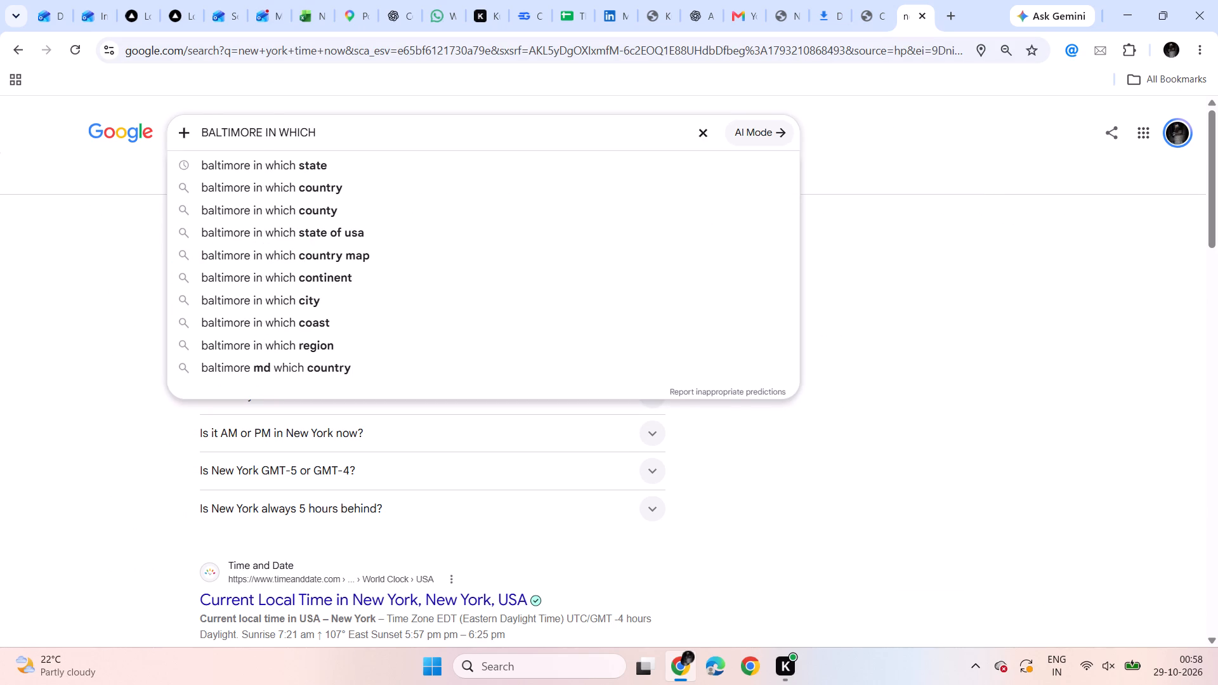
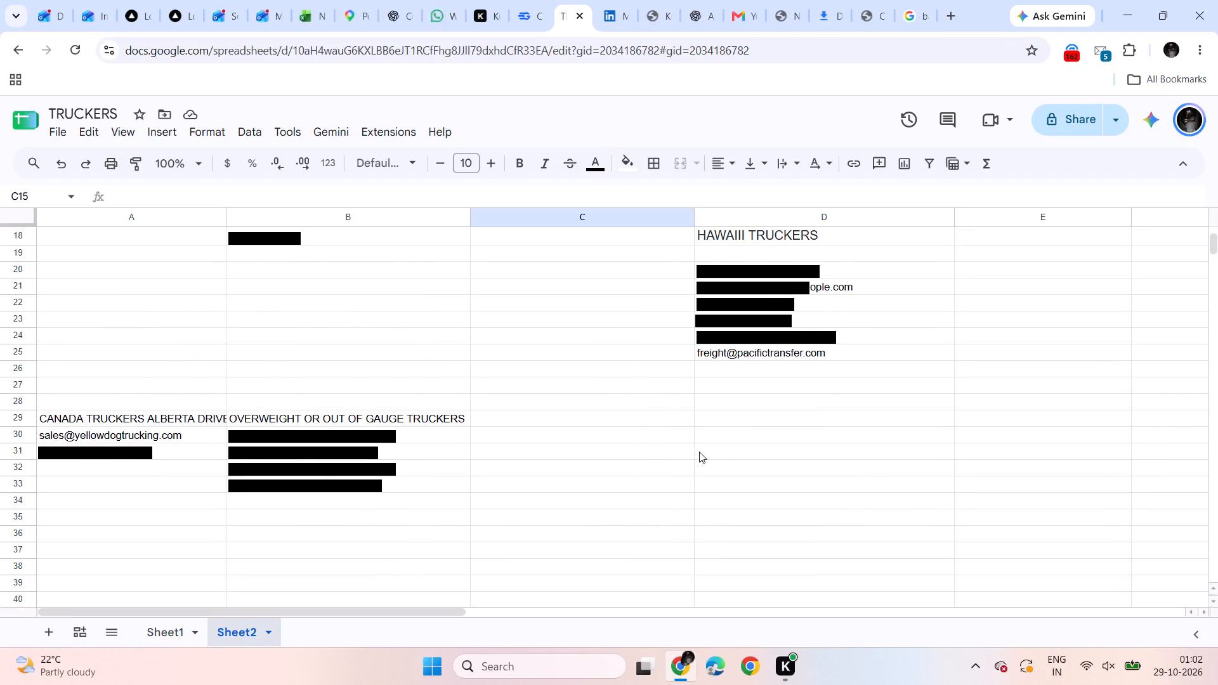
Select the first contact cell under OVERWEIGHT OR OUT OF GAUGE TRUCKERS in the TRUCKERS spreadsheet.
click(413, 433)
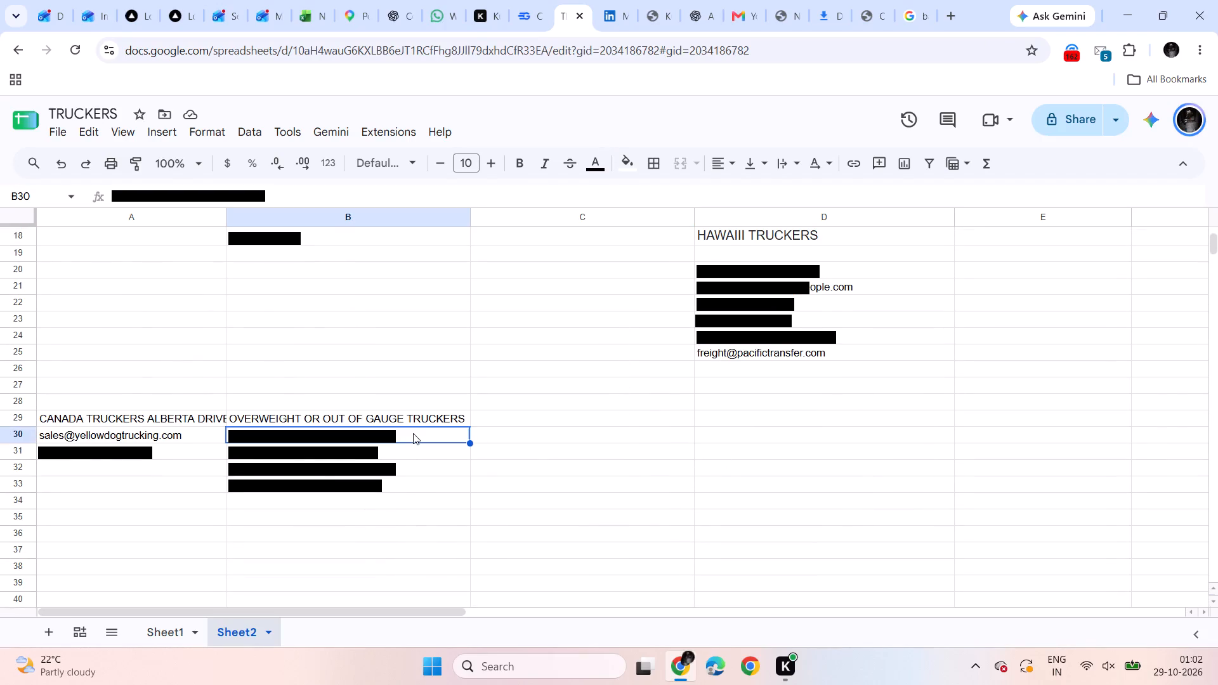
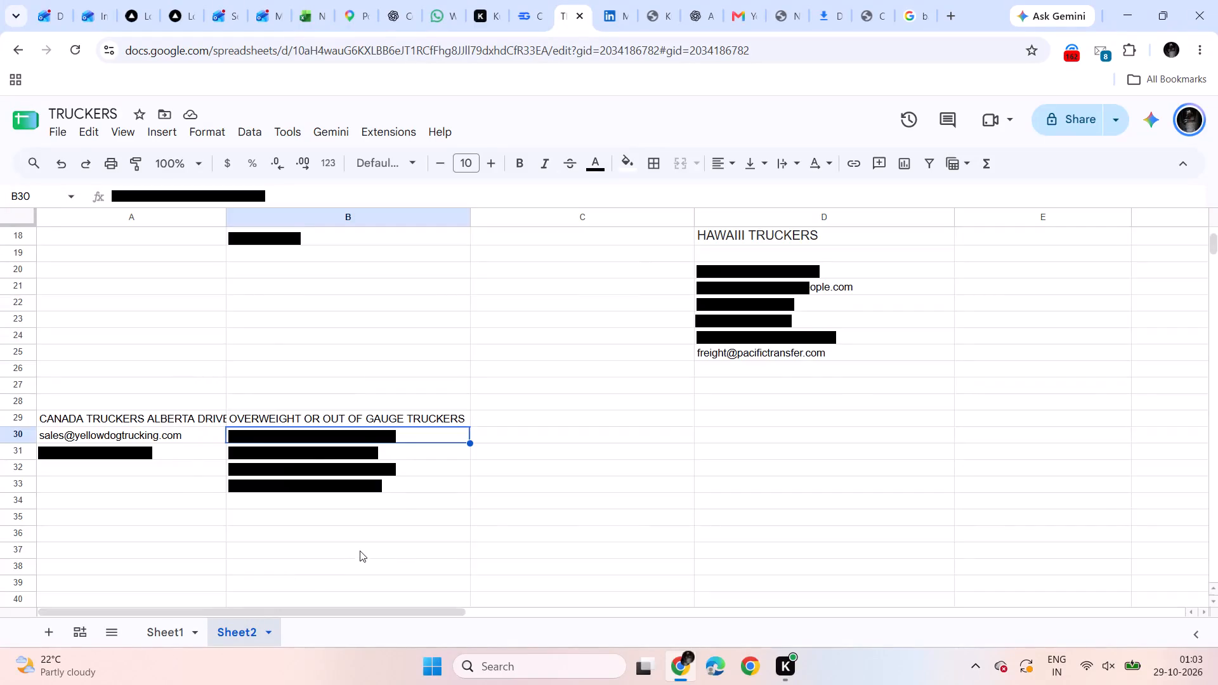
Look through the regional trucker lists on Sheet2 for contacts that cover the Baltimore to Hanover, PA lane.
scroll(360, 551, up, 13)
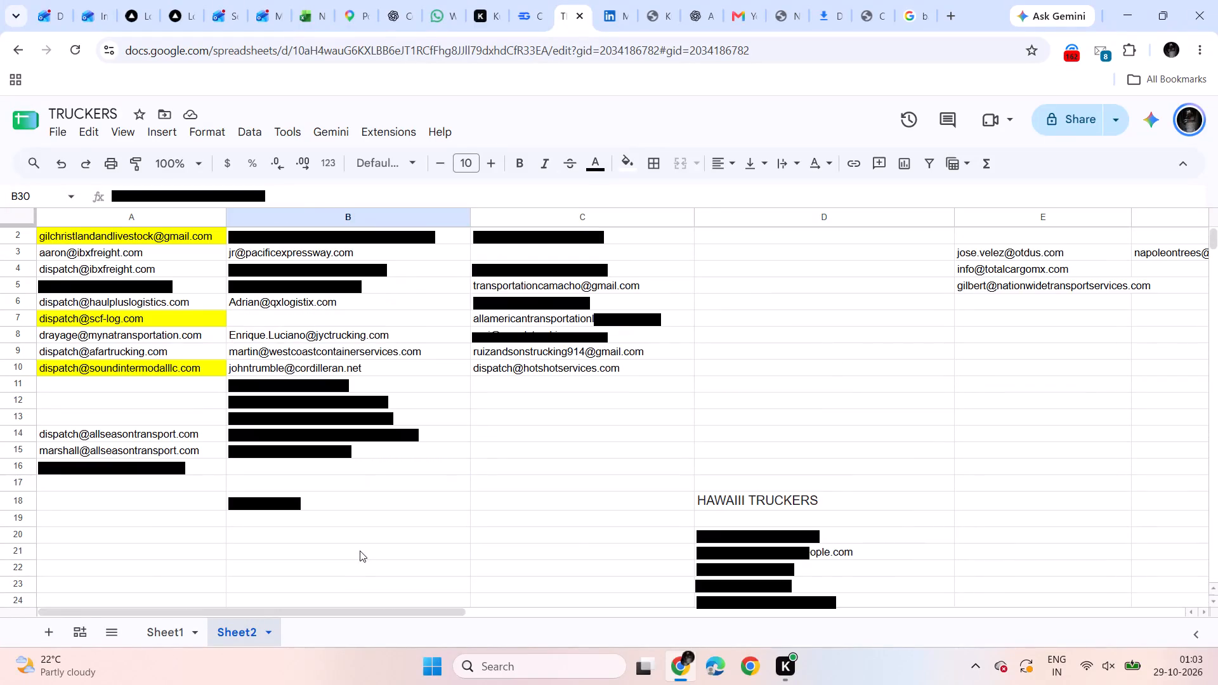
drag(341, 613, 797, 618)
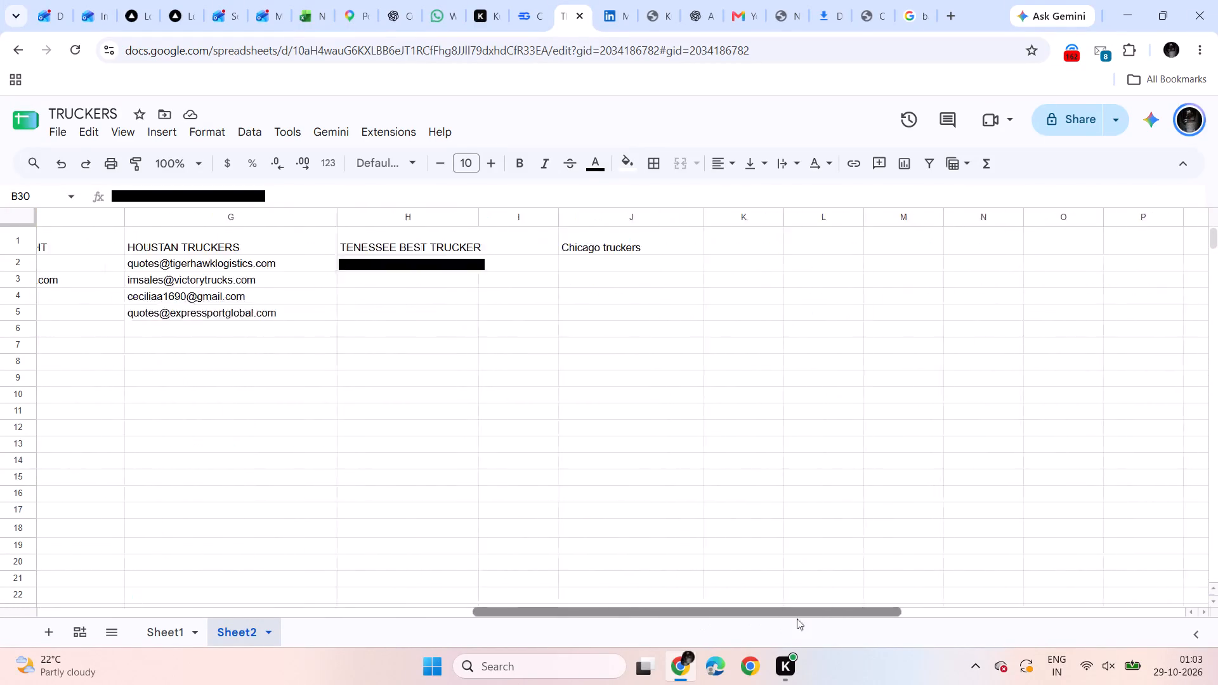
drag(797, 618, 585, 629)
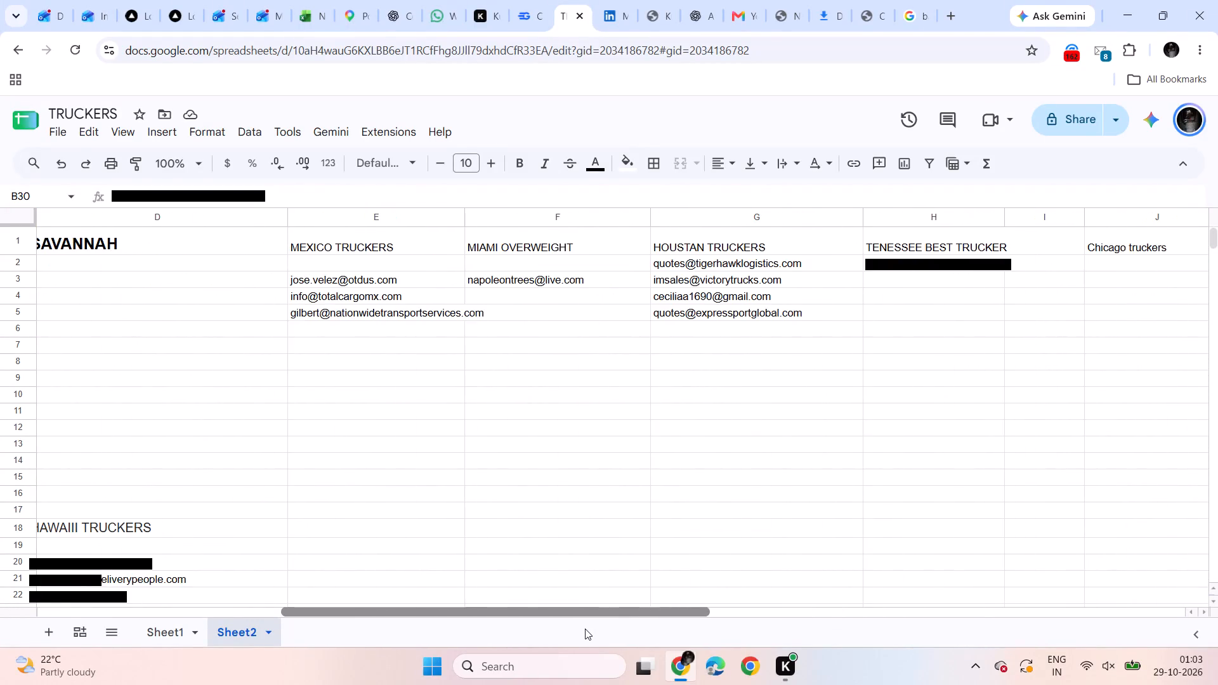
drag(585, 629, 343, 637)
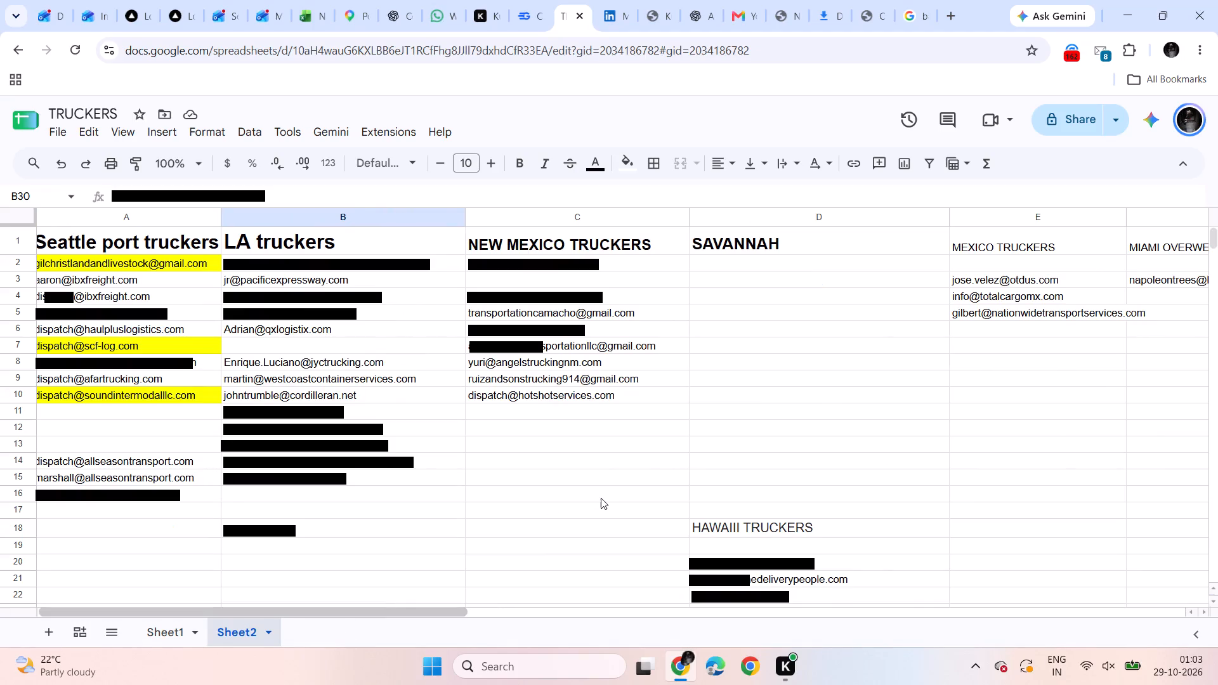
scroll(653, 494, down, 4)
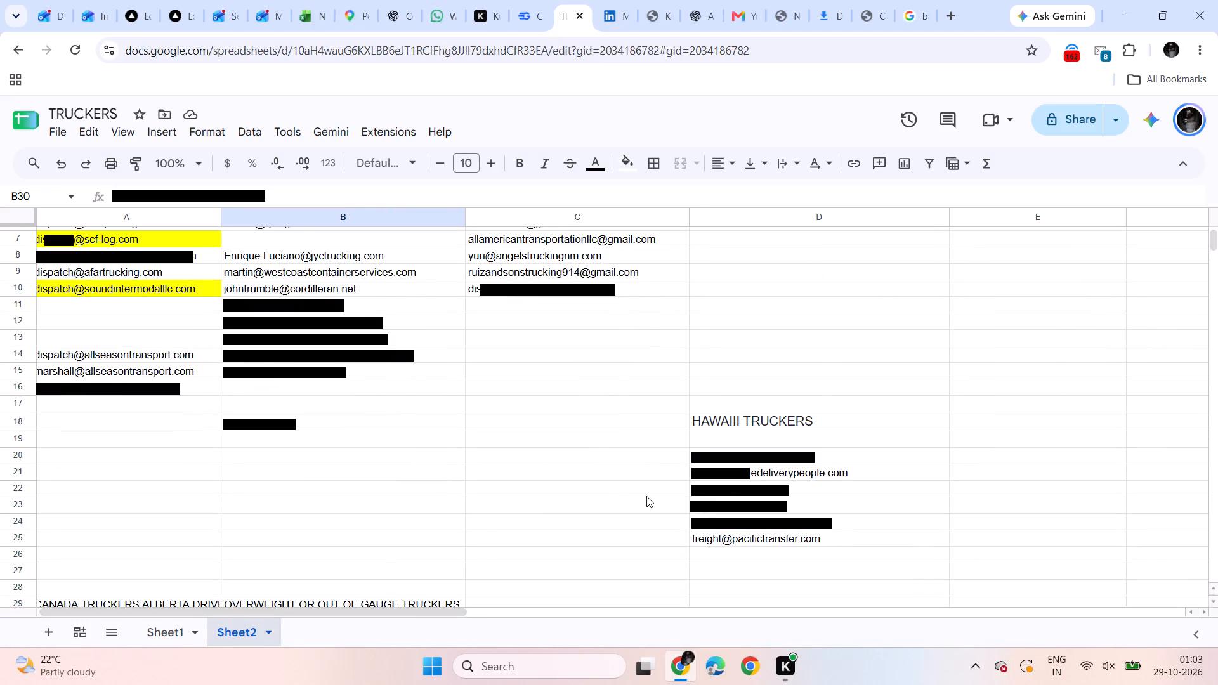
scroll(646, 496, down, 2)
Switch to Sheet1 and examine its port and rail trucker lists for contacts serving the Baltimore area.
click(159, 634)
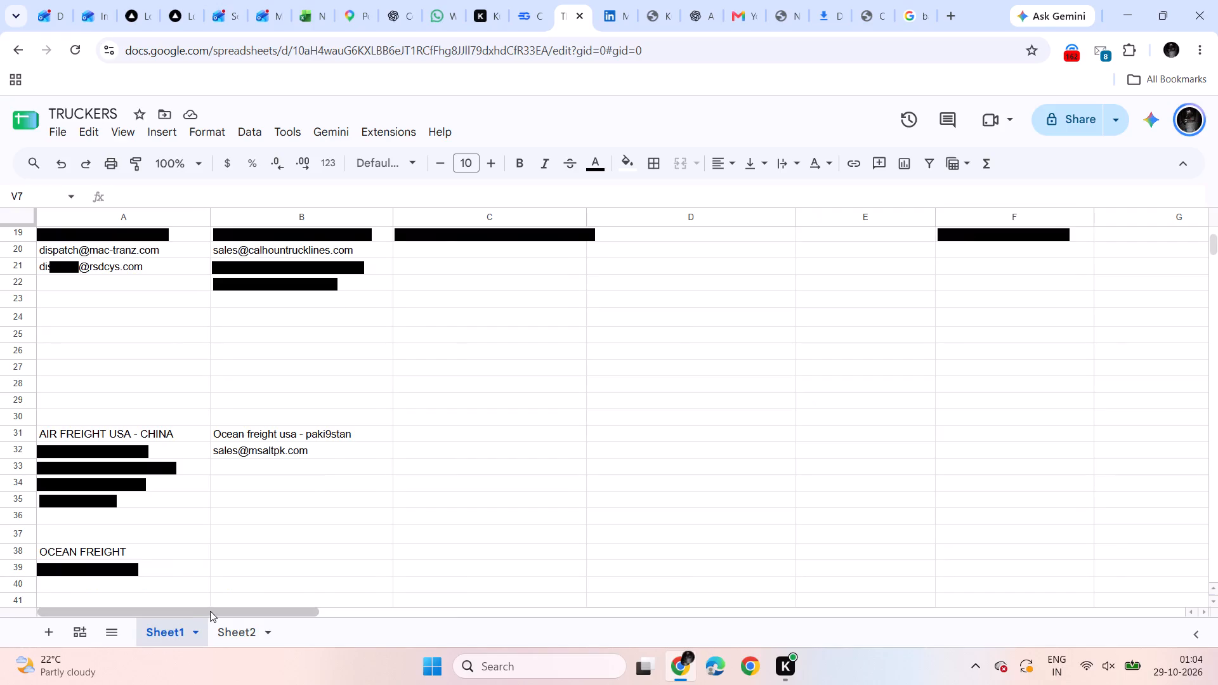
drag(210, 611, 400, 610)
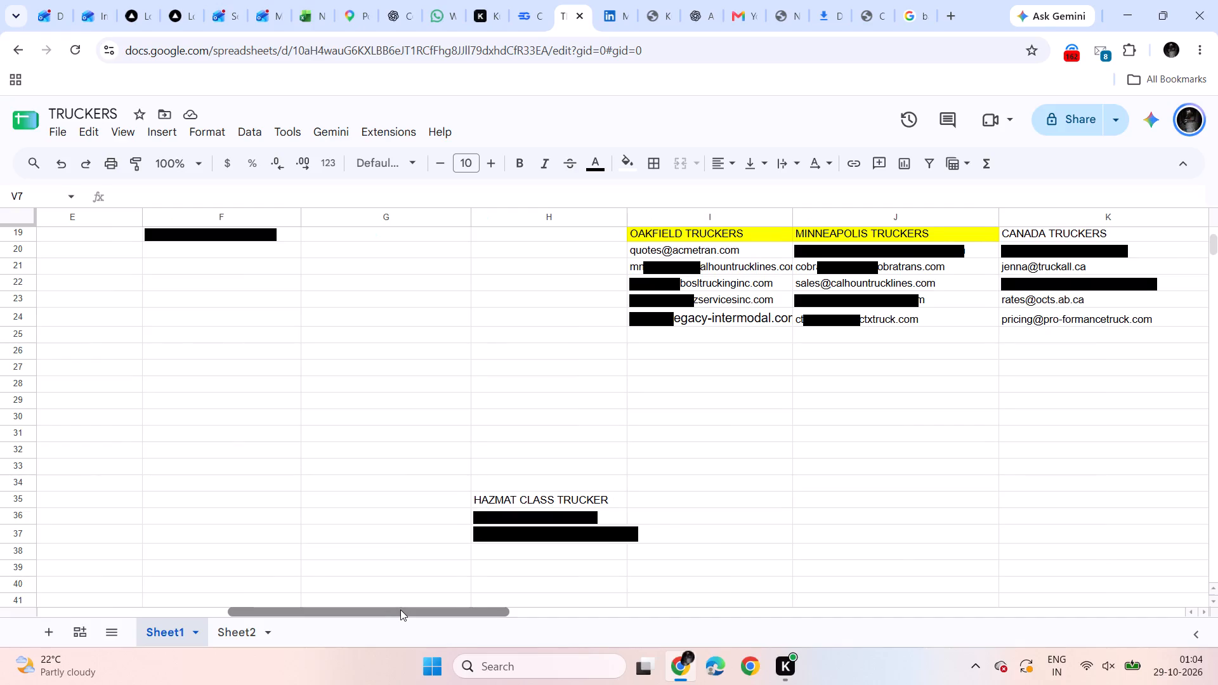
drag(400, 610, 472, 625)
scroll(472, 625, up, 11)
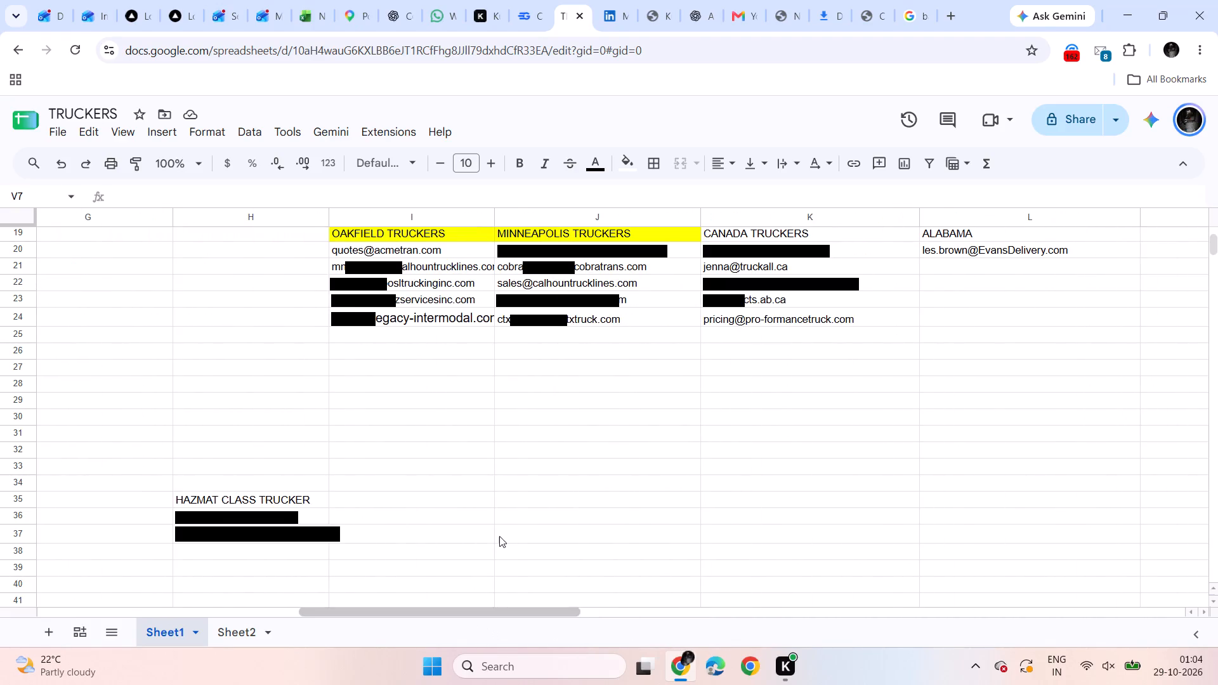
scroll(499, 536, up, 10)
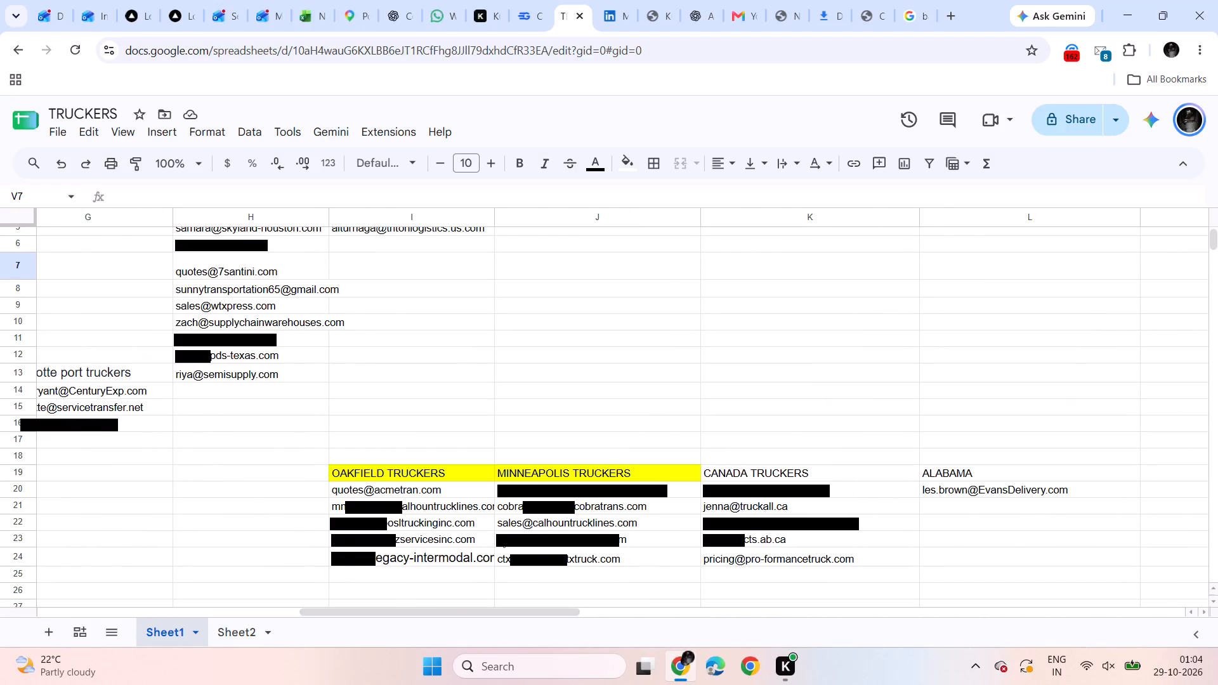
scroll(499, 536, up, 1)
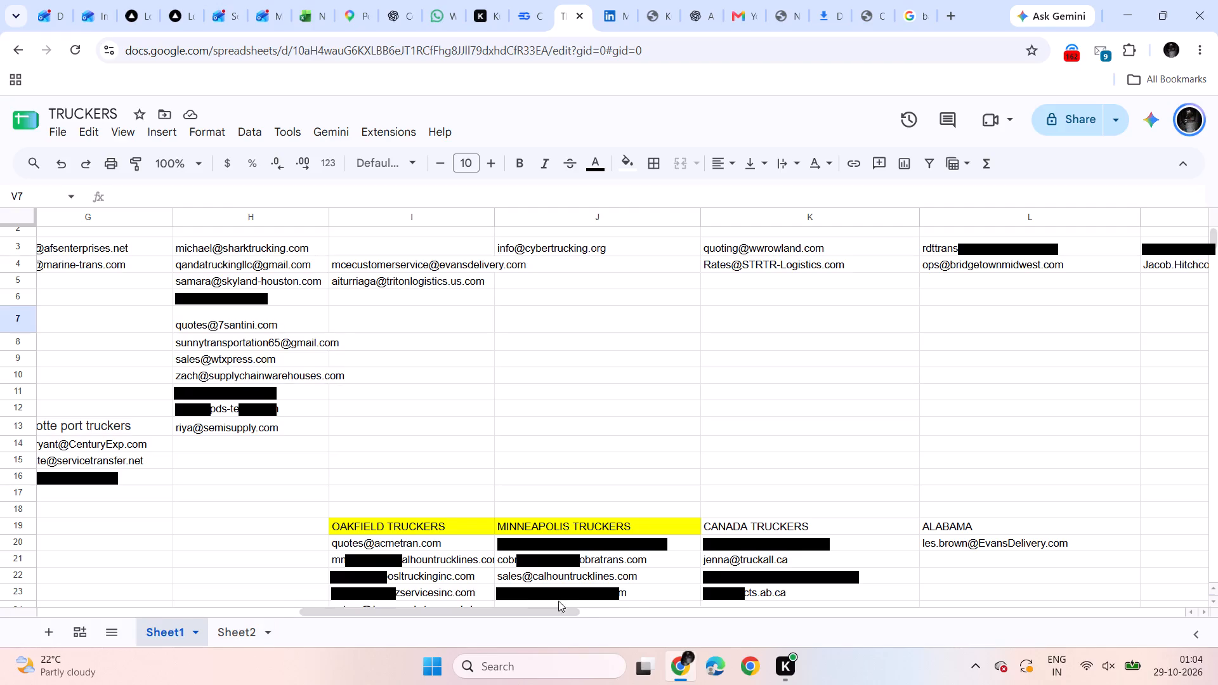
drag(487, 611, 256, 601)
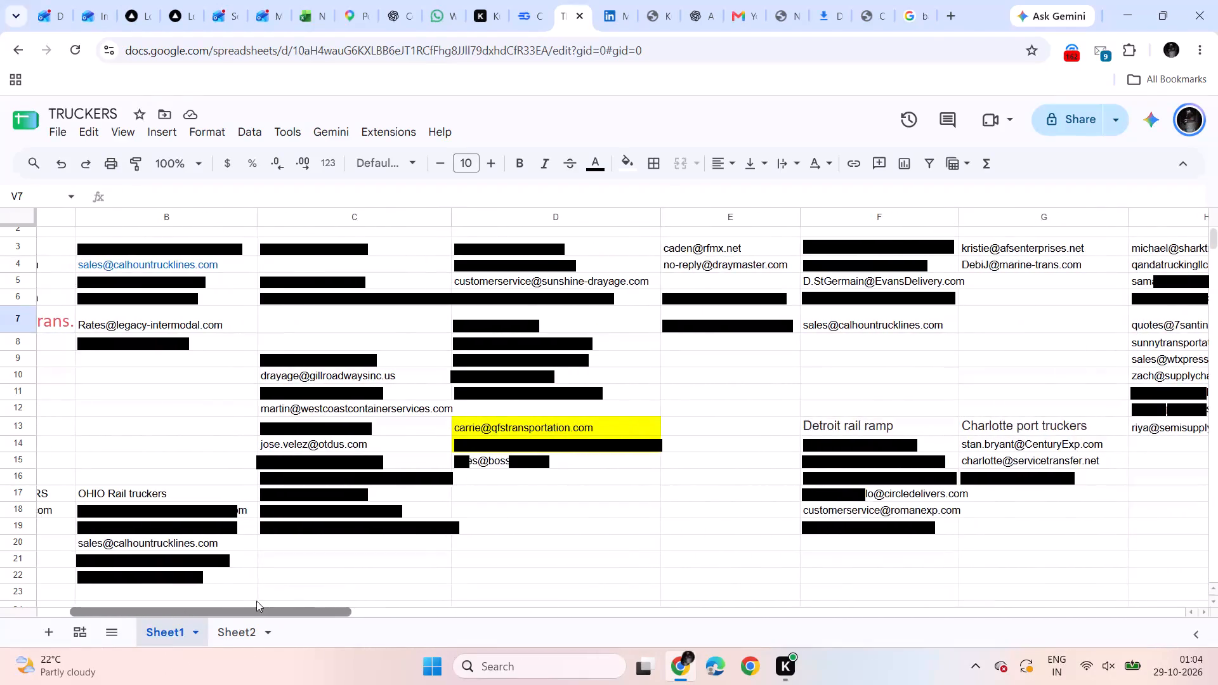
Return to Sheet2 and select all four contact cells under OVERWEIGHT OR OUT OF GAUGE TRUCKERS, B30:B33.
drag(256, 601, 205, 599)
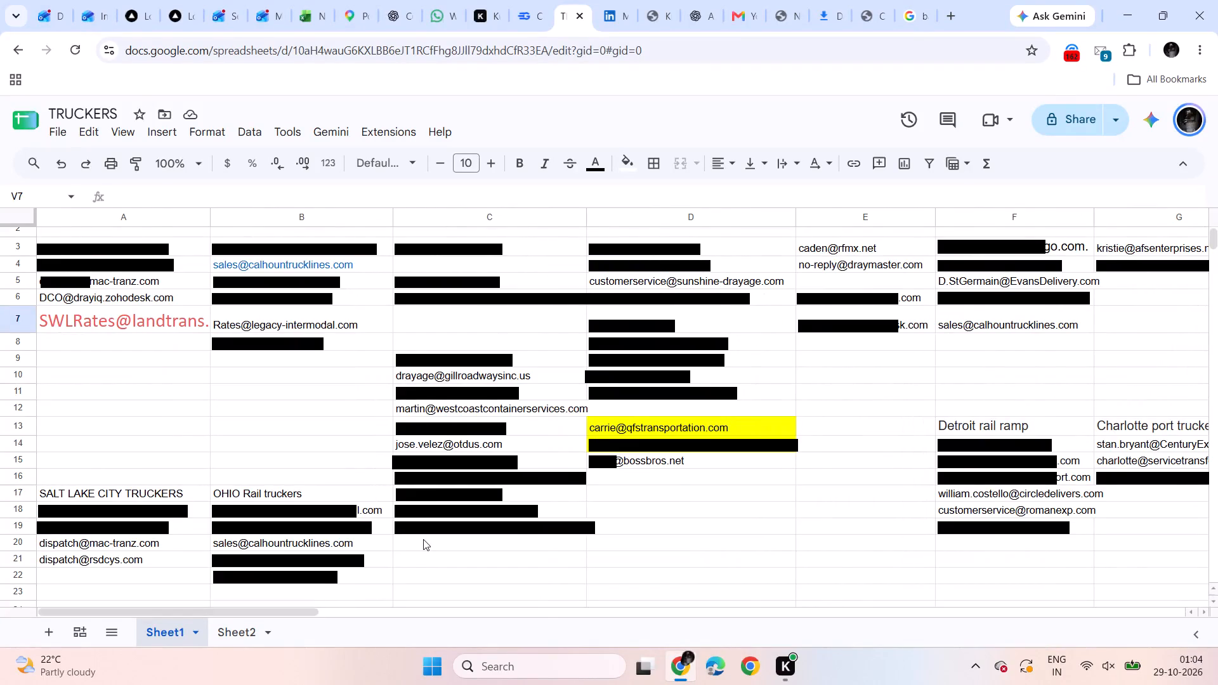
scroll(423, 539, up, 7)
click(218, 639)
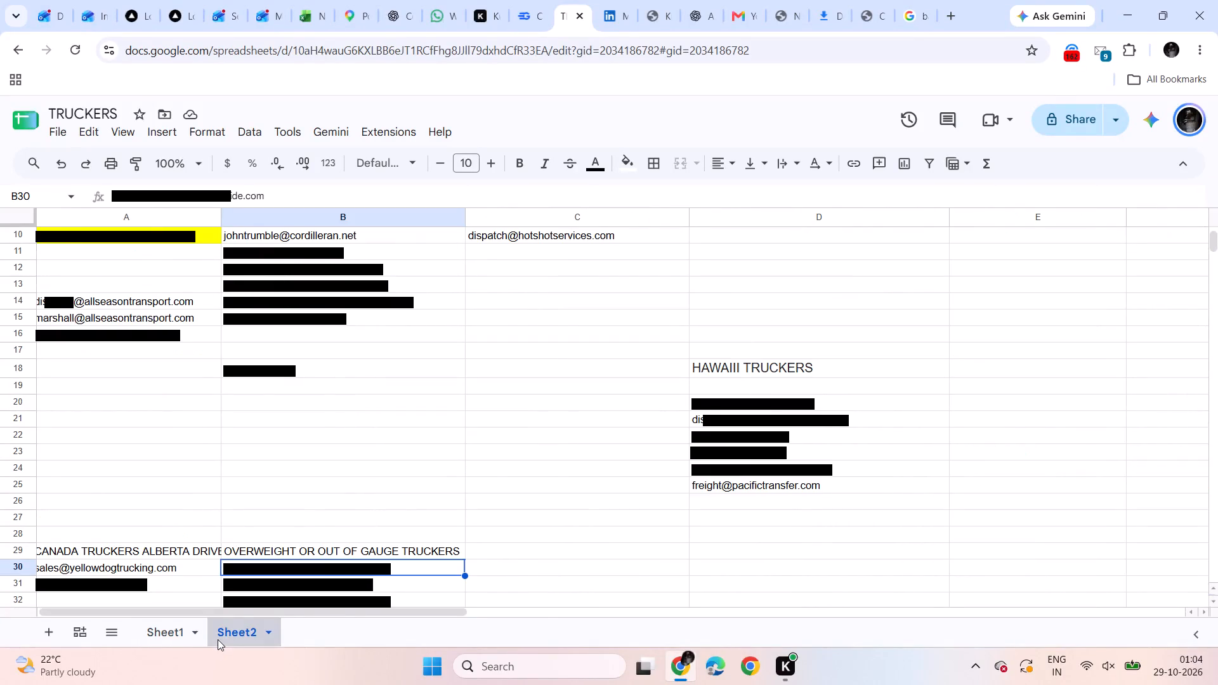
scroll(435, 577, down, 5)
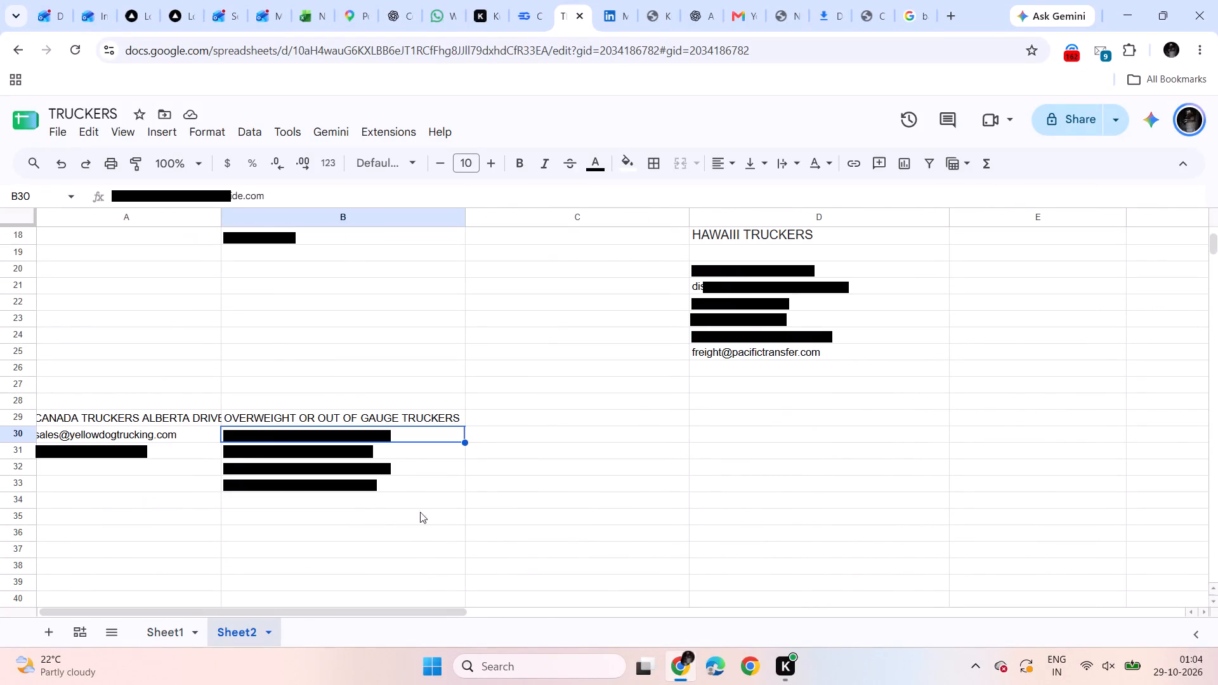
drag(393, 436, 390, 486)
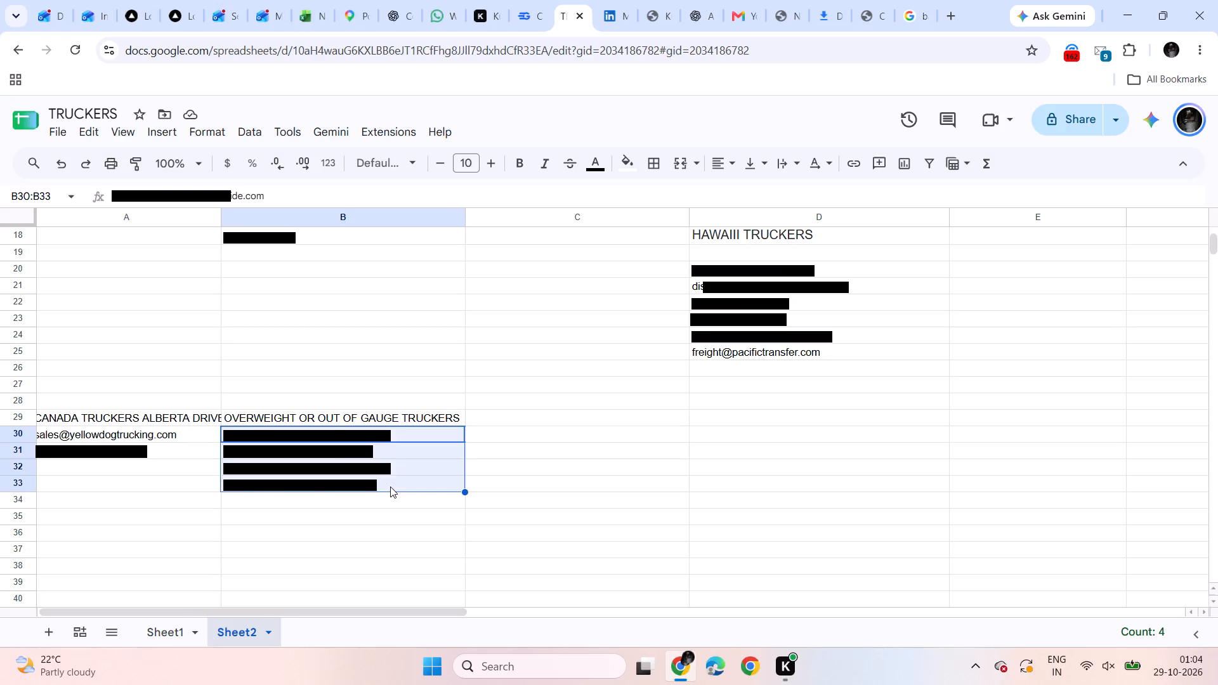
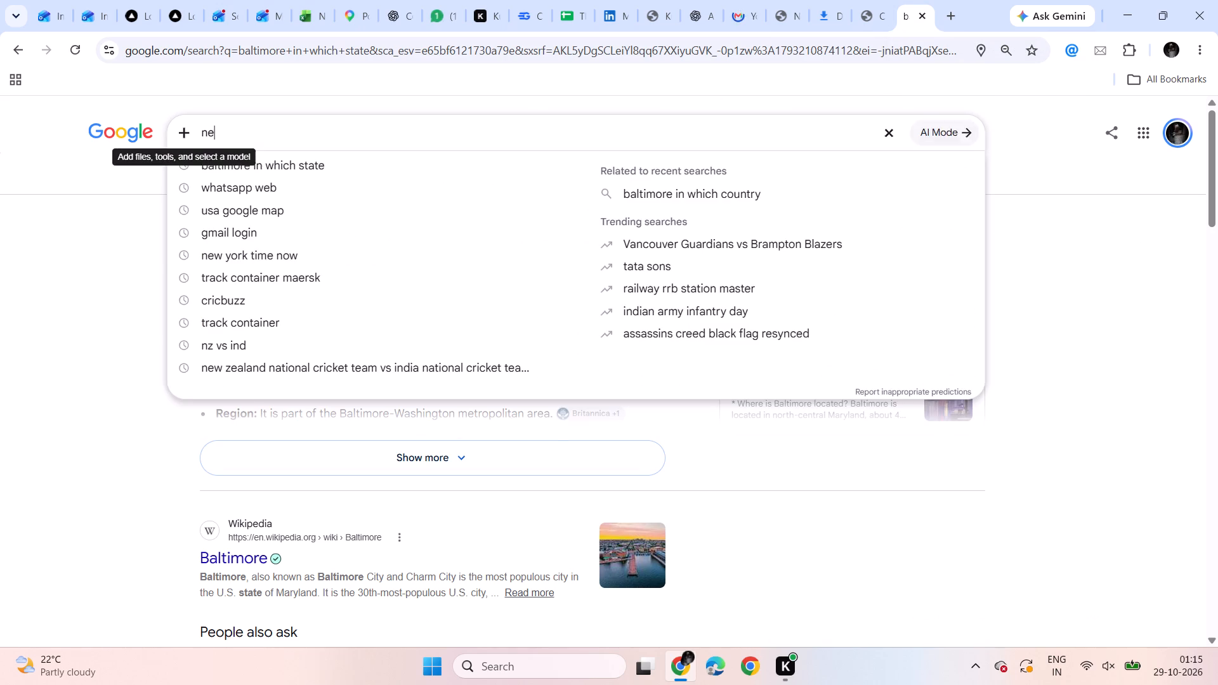
Replace the Baltimore query in the Google search box with one for the time in New York.
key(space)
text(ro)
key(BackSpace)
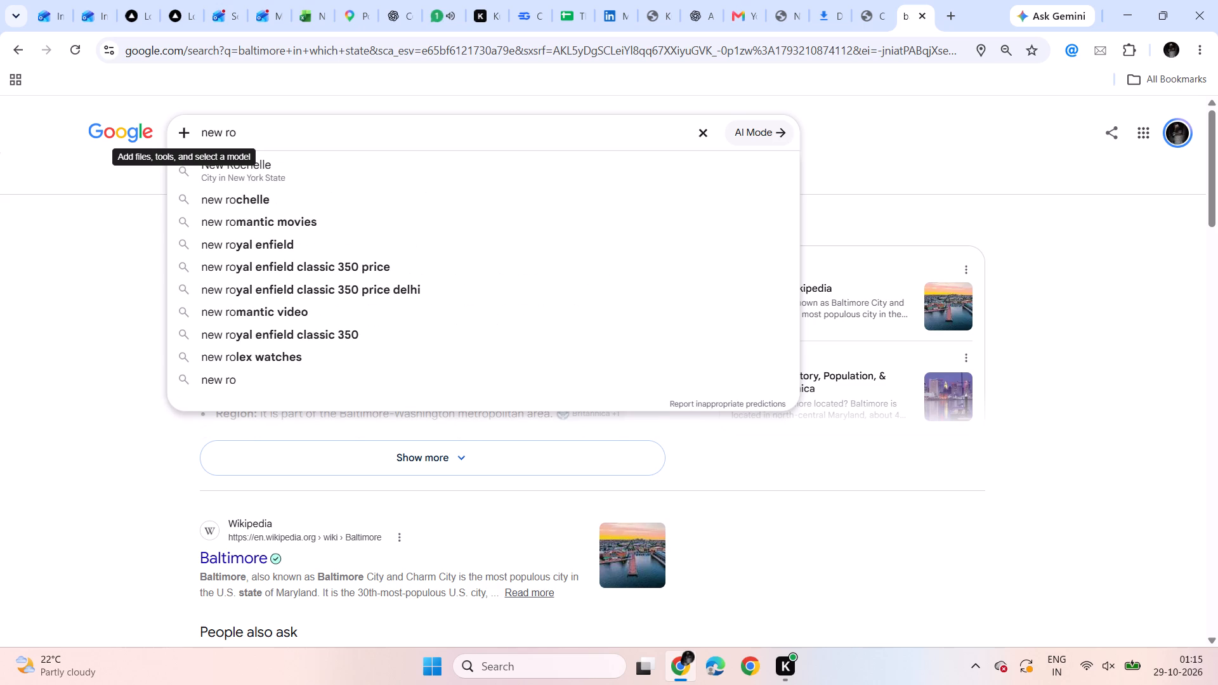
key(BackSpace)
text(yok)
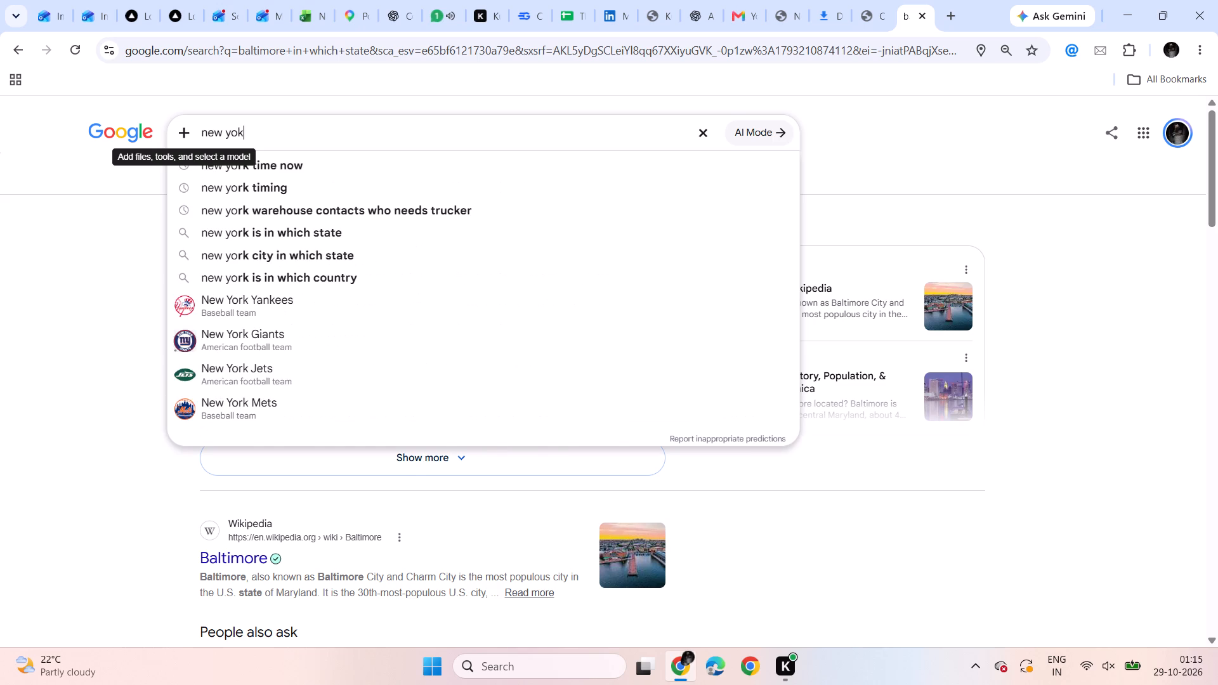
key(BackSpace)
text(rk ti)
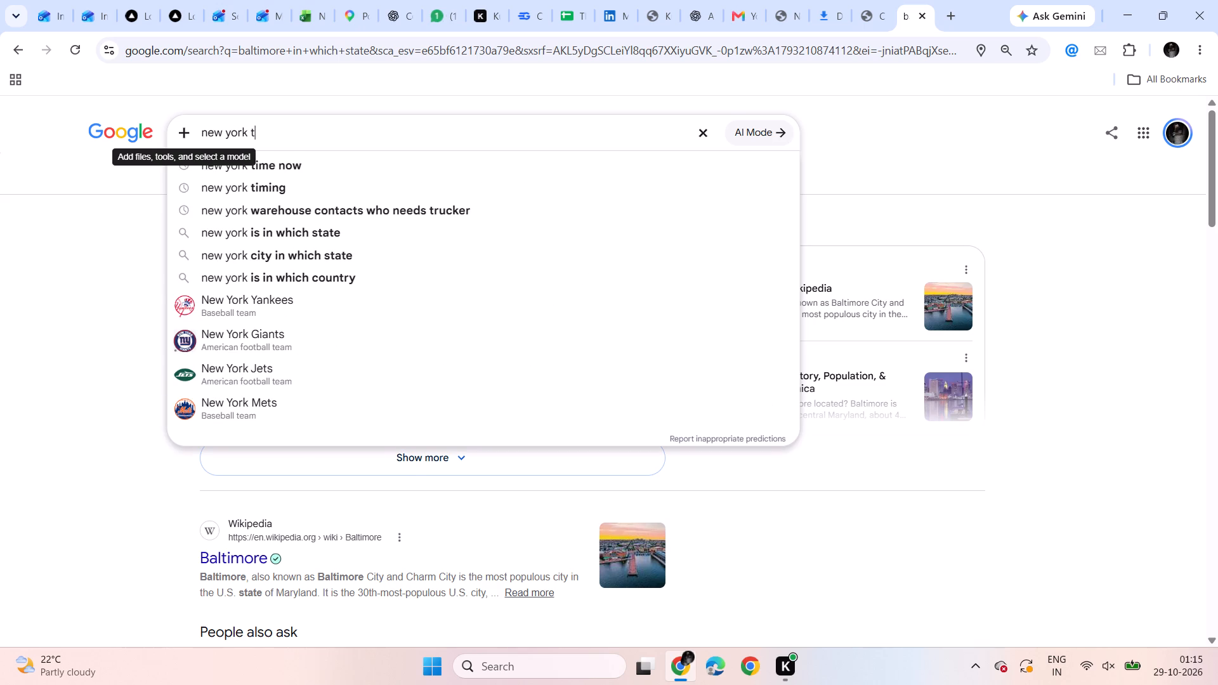
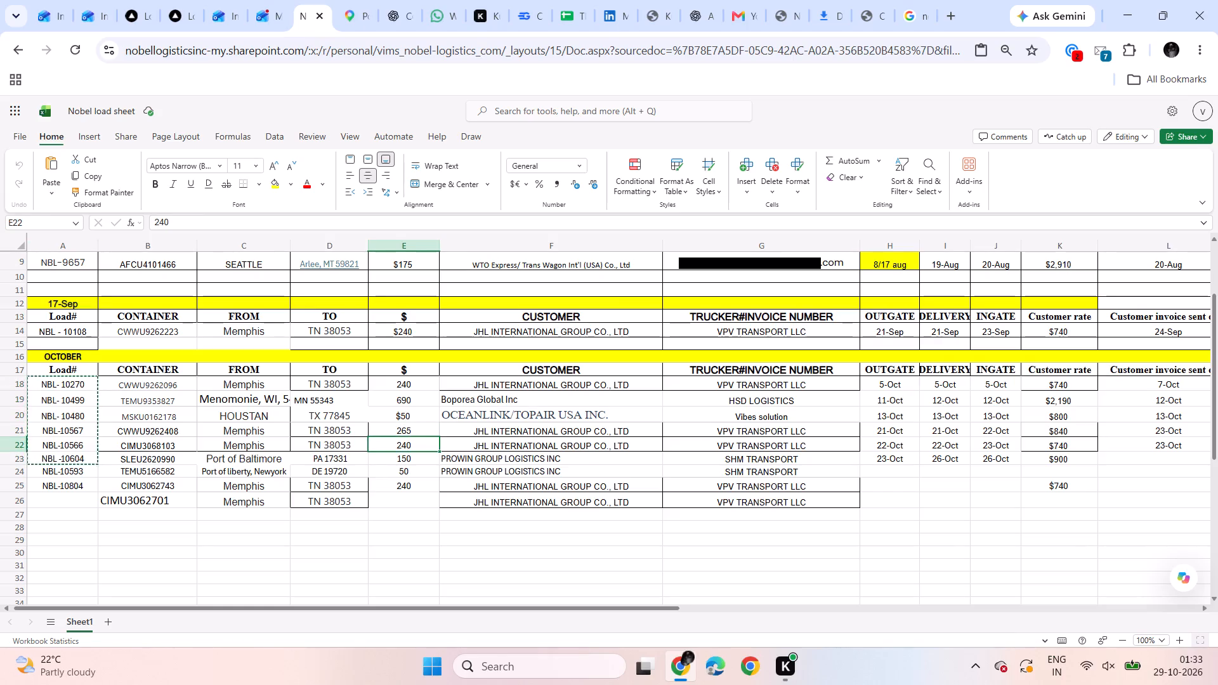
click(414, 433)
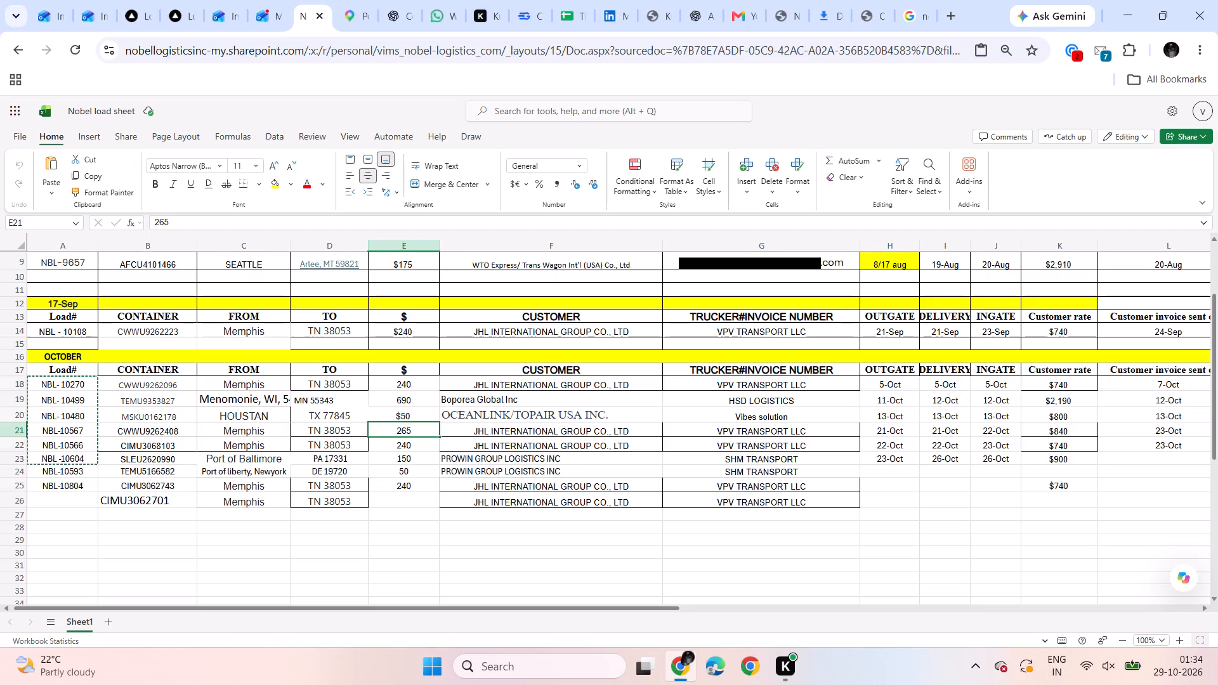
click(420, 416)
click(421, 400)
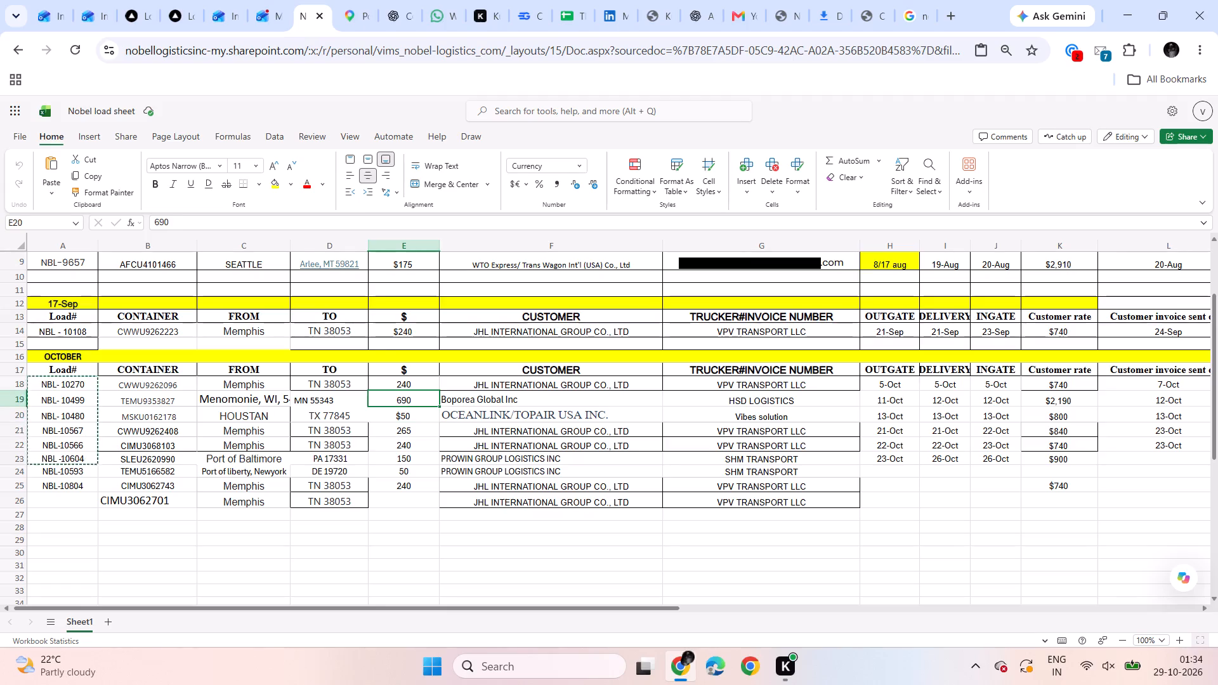